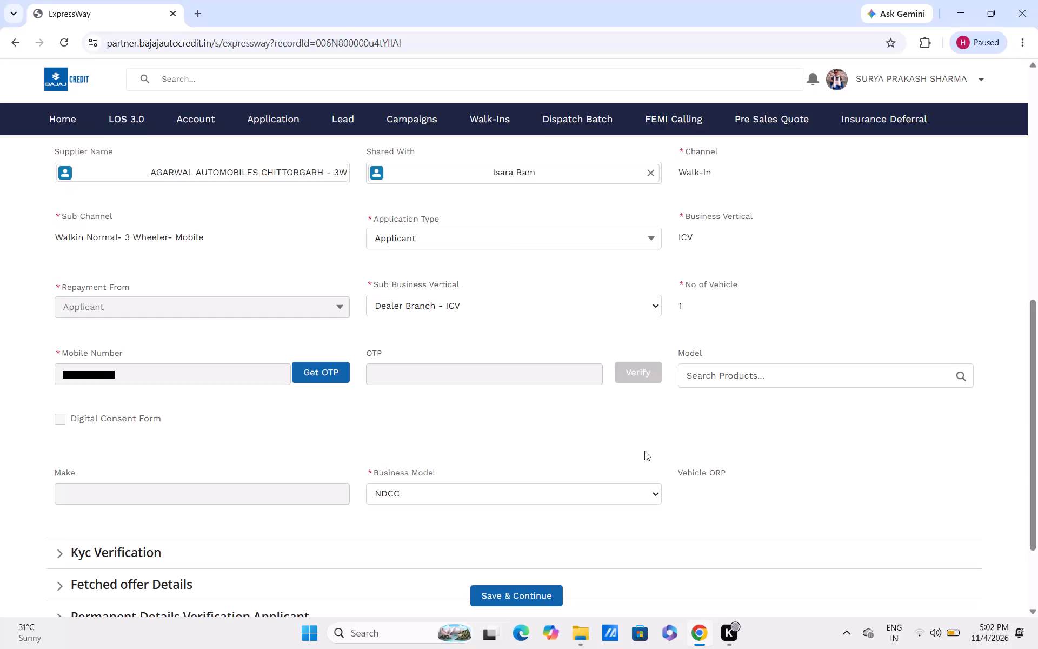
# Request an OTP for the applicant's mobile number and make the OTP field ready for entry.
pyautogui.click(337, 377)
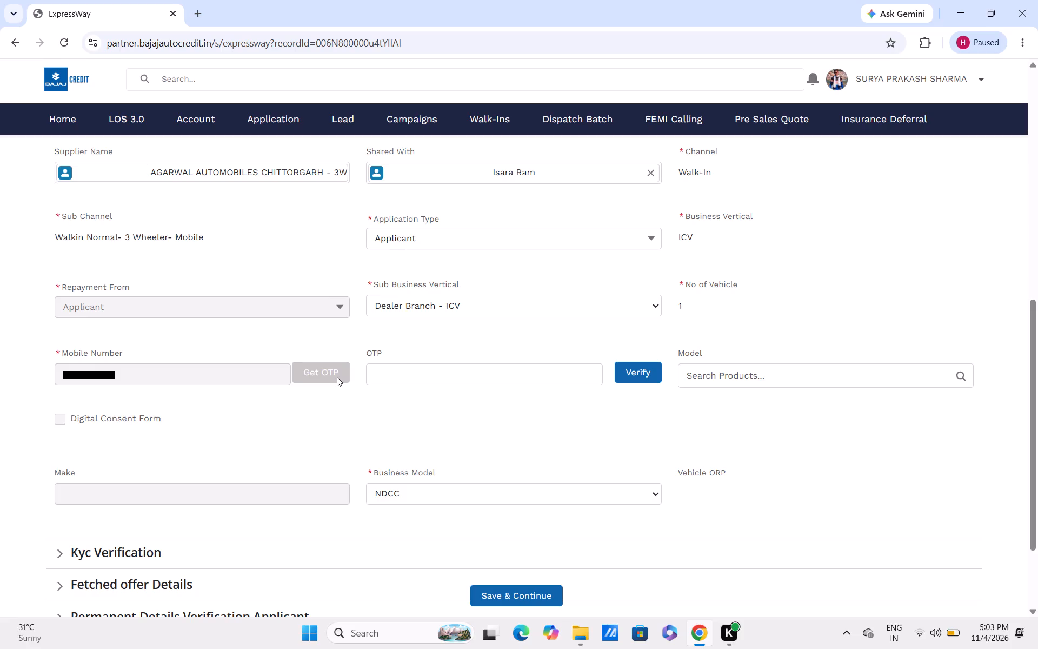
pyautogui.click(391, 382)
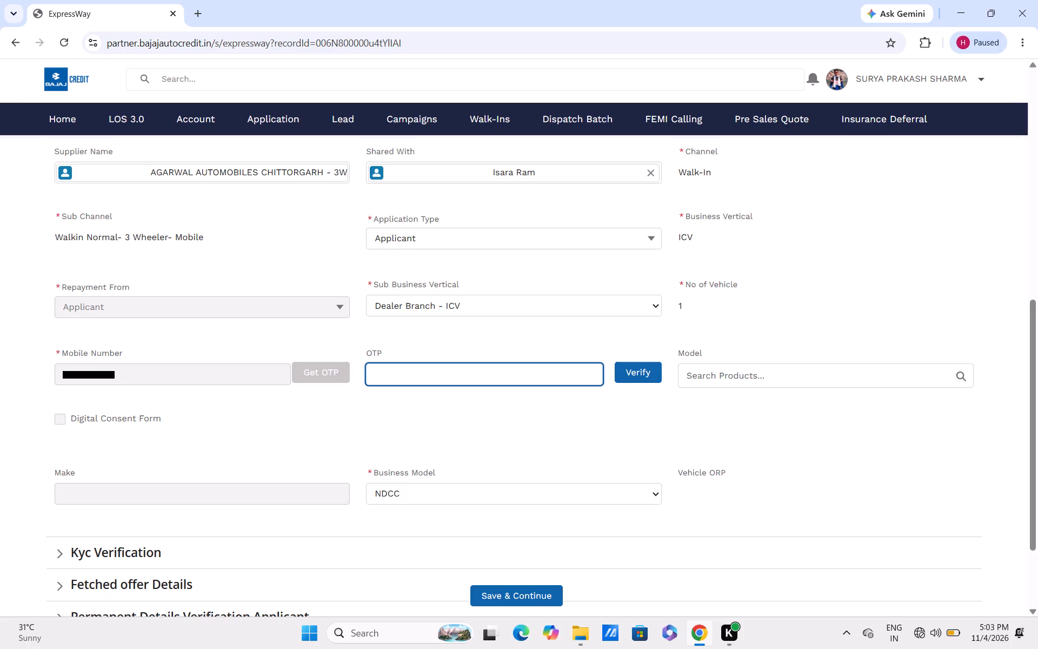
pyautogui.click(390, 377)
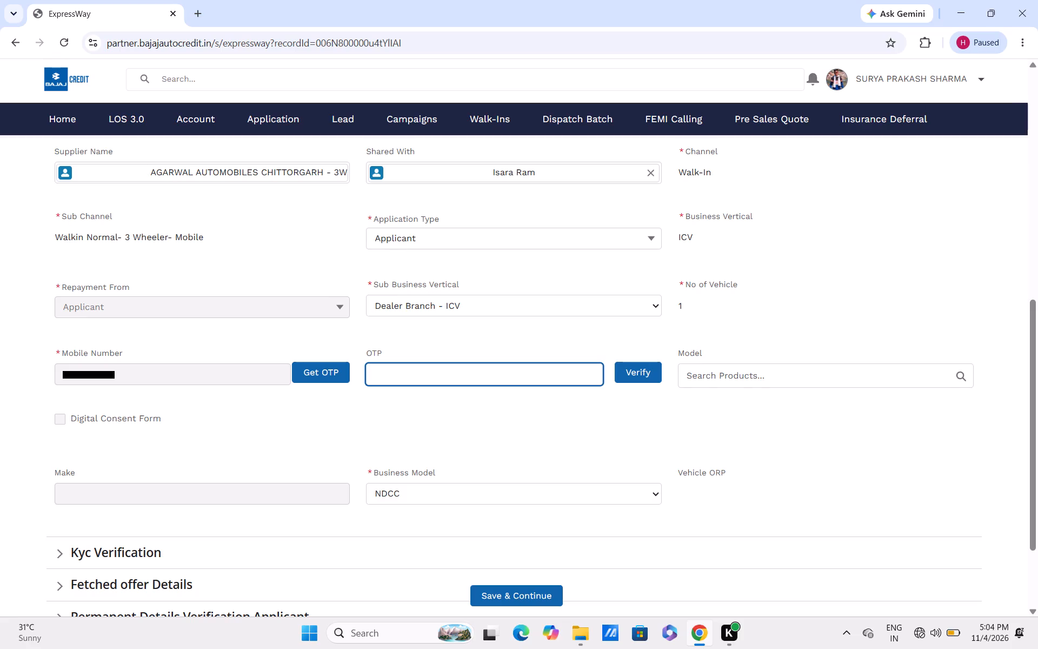
# Search the Model product lookup for "max".
pyautogui.click(747, 373)
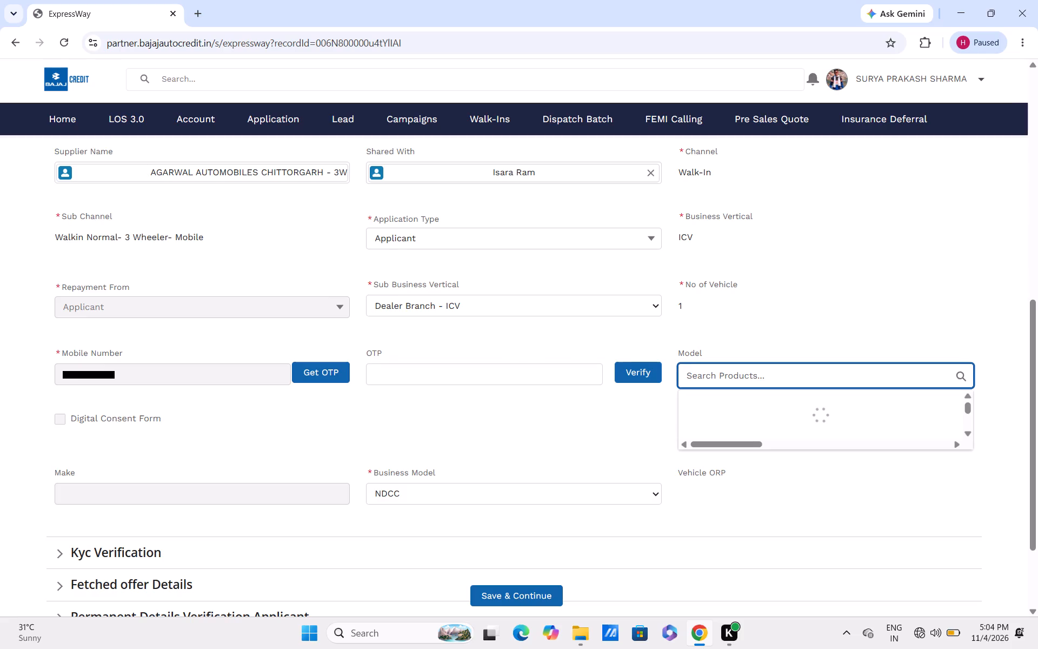
pyautogui.write('max')
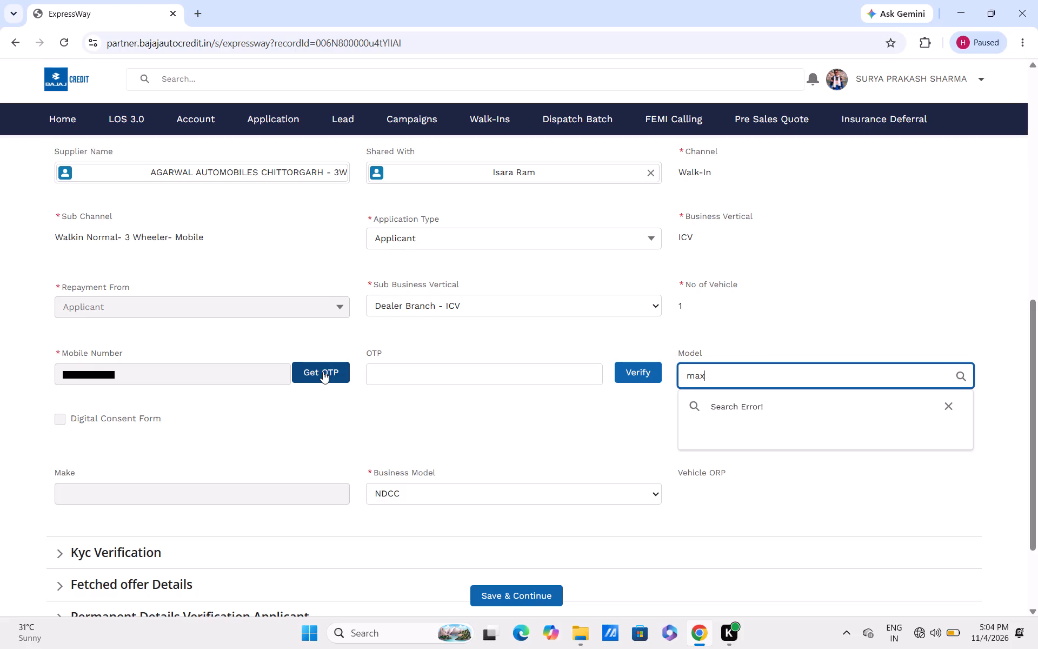
# Switch the computer's Wi-Fi off and back on to reconnect to the network.
pyautogui.click(923, 637)
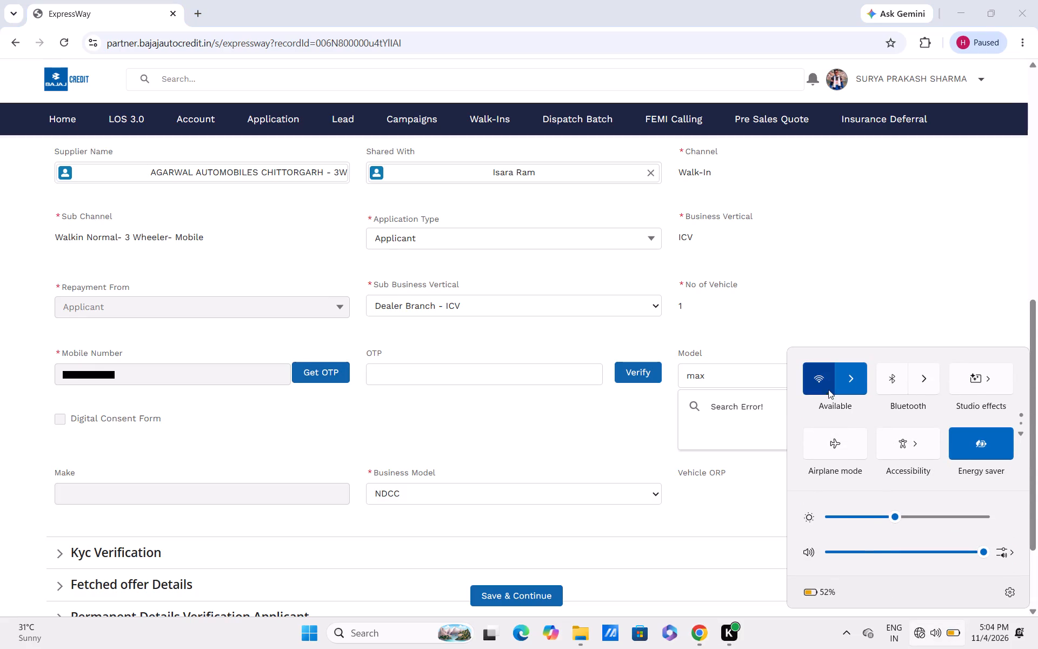
pyautogui.click(827, 382)
pyautogui.click(827, 382)
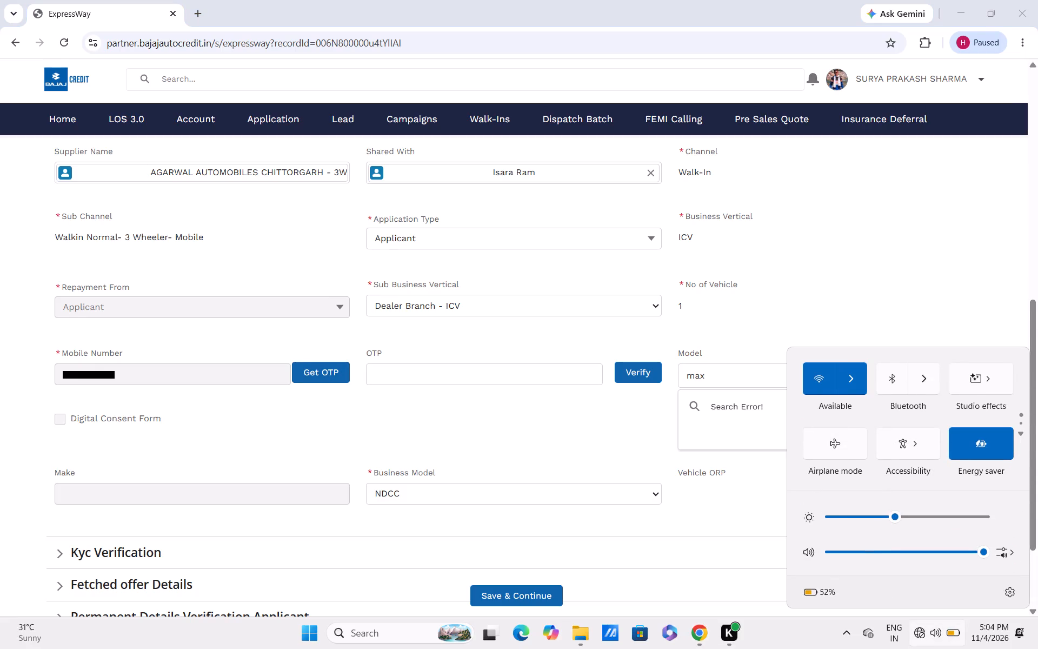
# Request a new OTP for the applicant's mobile number and return to the OTP field.
pyautogui.click(332, 369)
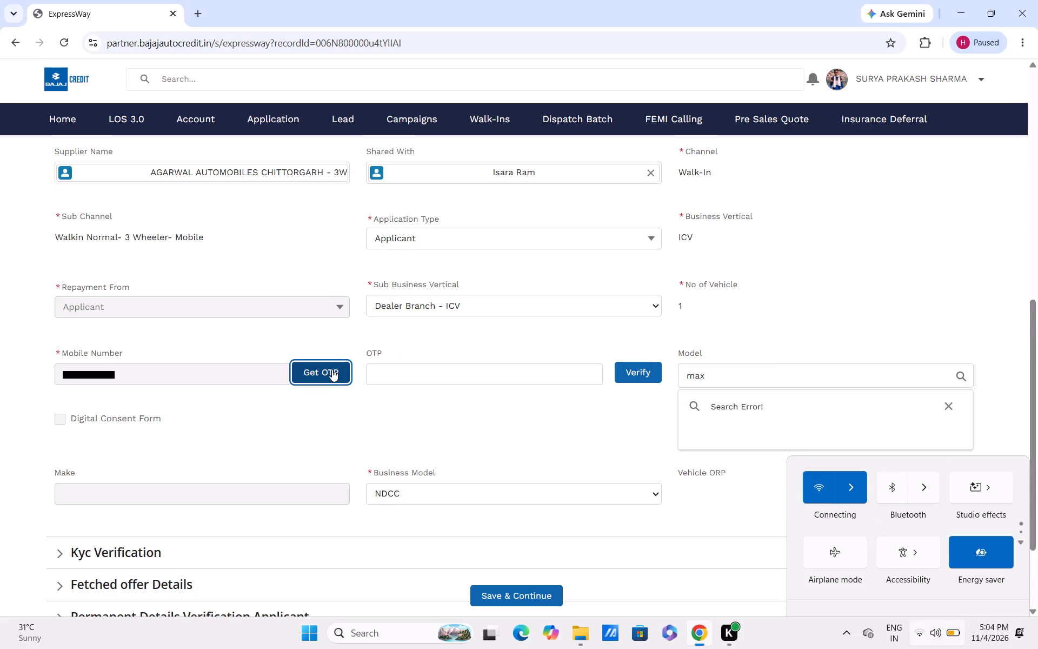
pyautogui.click(382, 367)
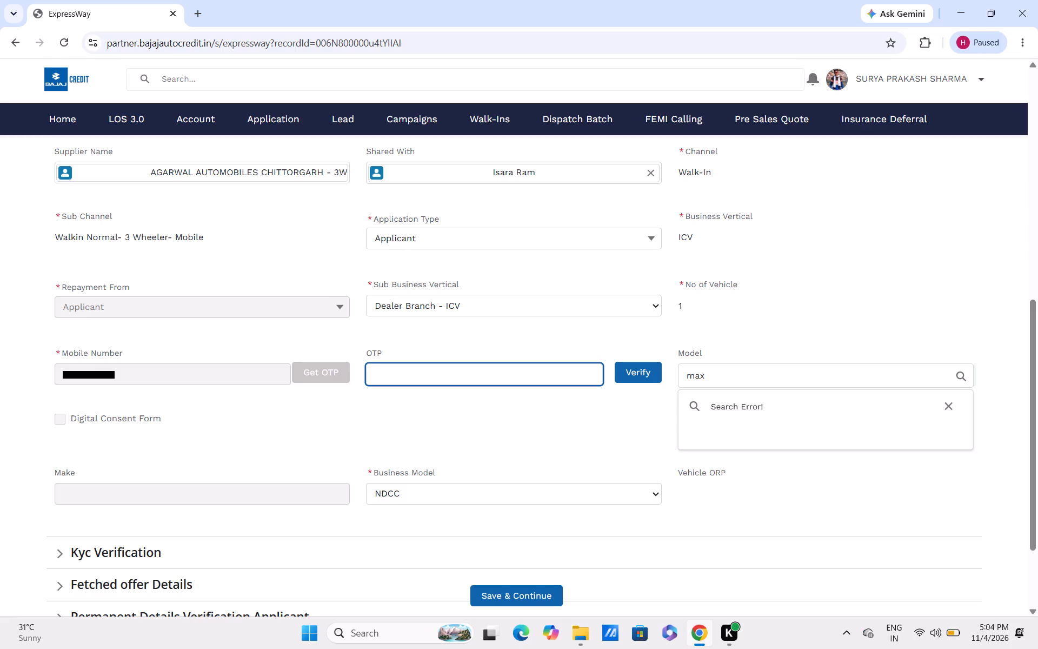
# Retry the Model product search for "max" and look through its suggestion list.
pyautogui.click(713, 375)
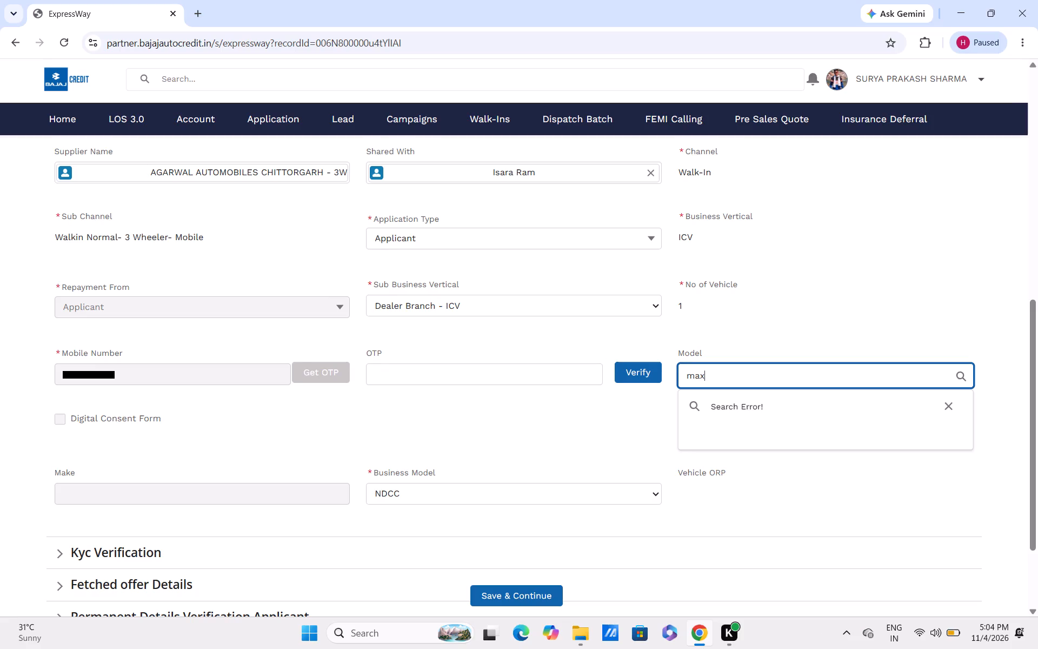
pyautogui.press('BackSpace')
pyautogui.press('x')
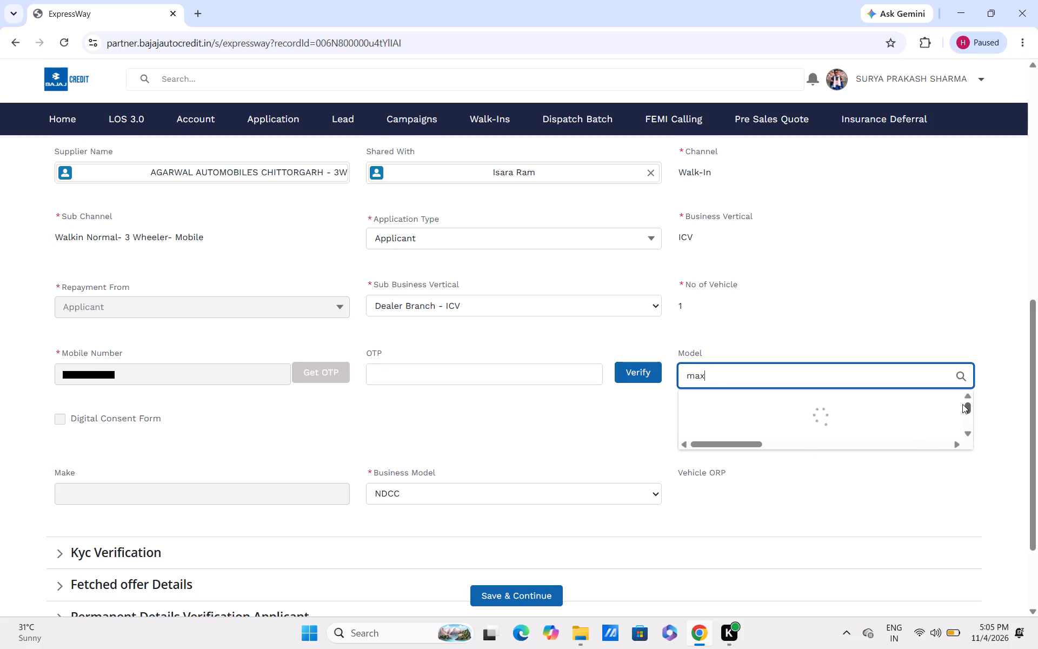
pyautogui.moveTo(968, 408); pyautogui.dragTo(966, 437)
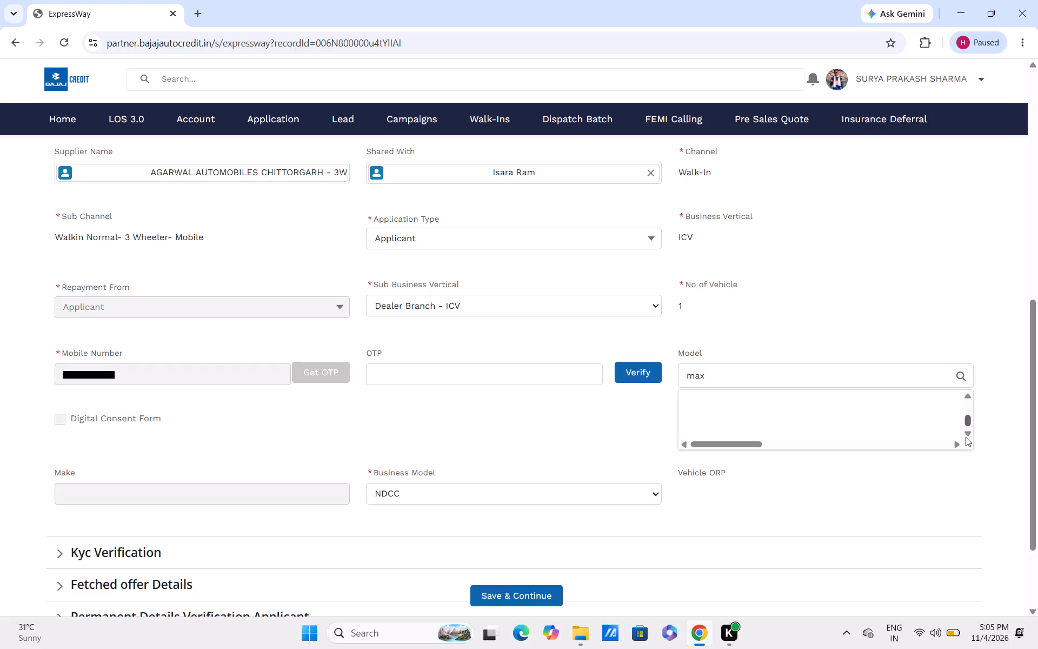
pyautogui.moveTo(966, 437); pyautogui.dragTo(955, 386)
pyautogui.moveTo(955, 386); pyautogui.dragTo(742, 383)
pyautogui.click(742, 383)
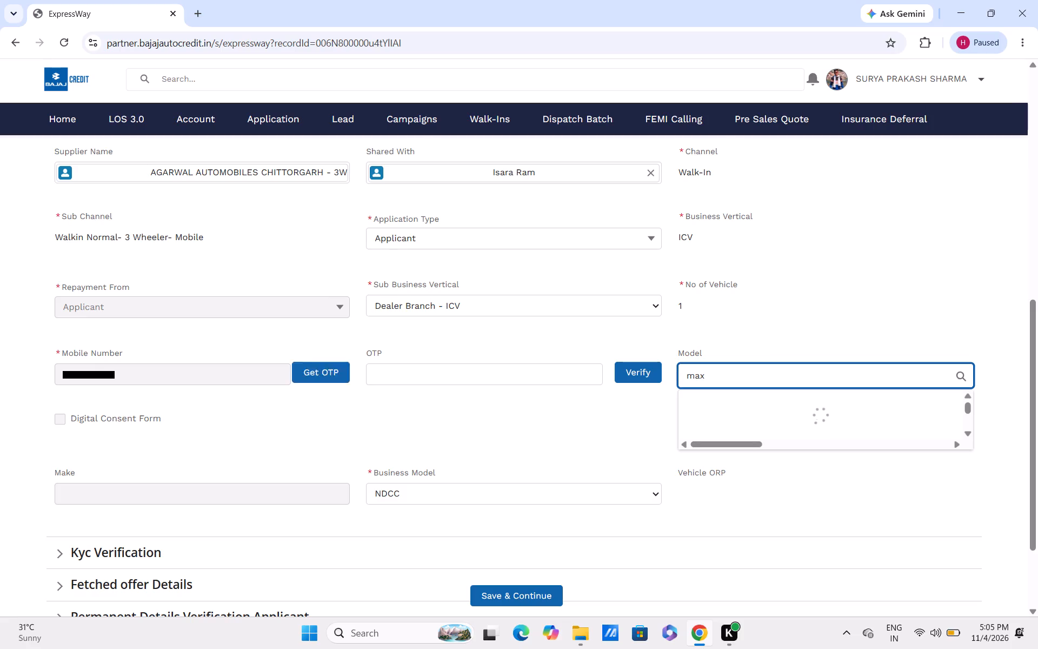
# Return to the OTP field for the applicant's mobile number verification.
pyautogui.click(404, 383)
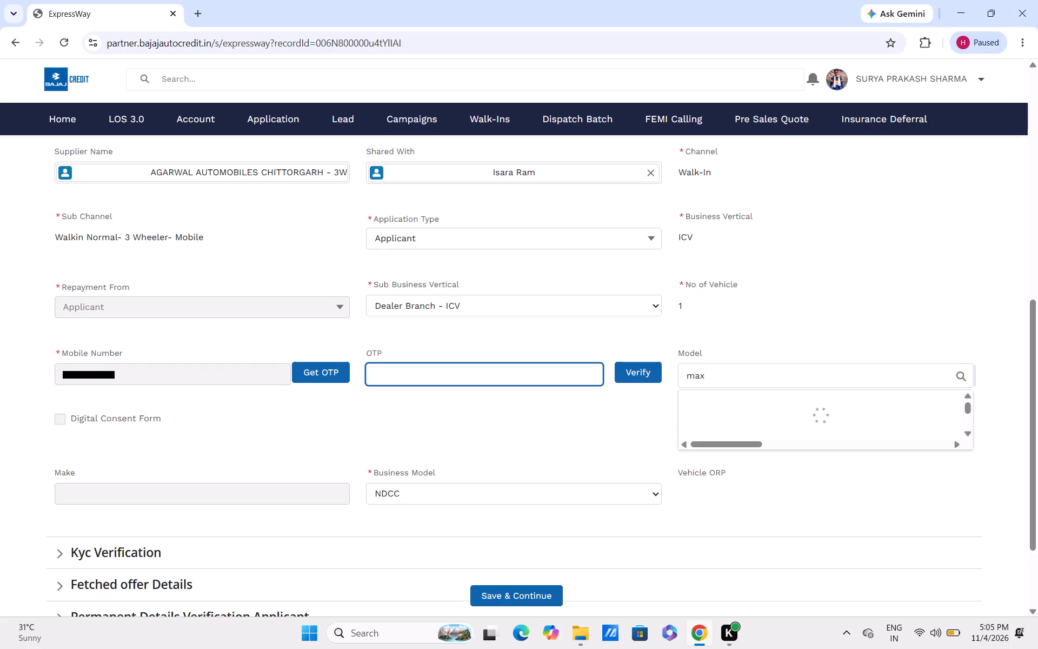
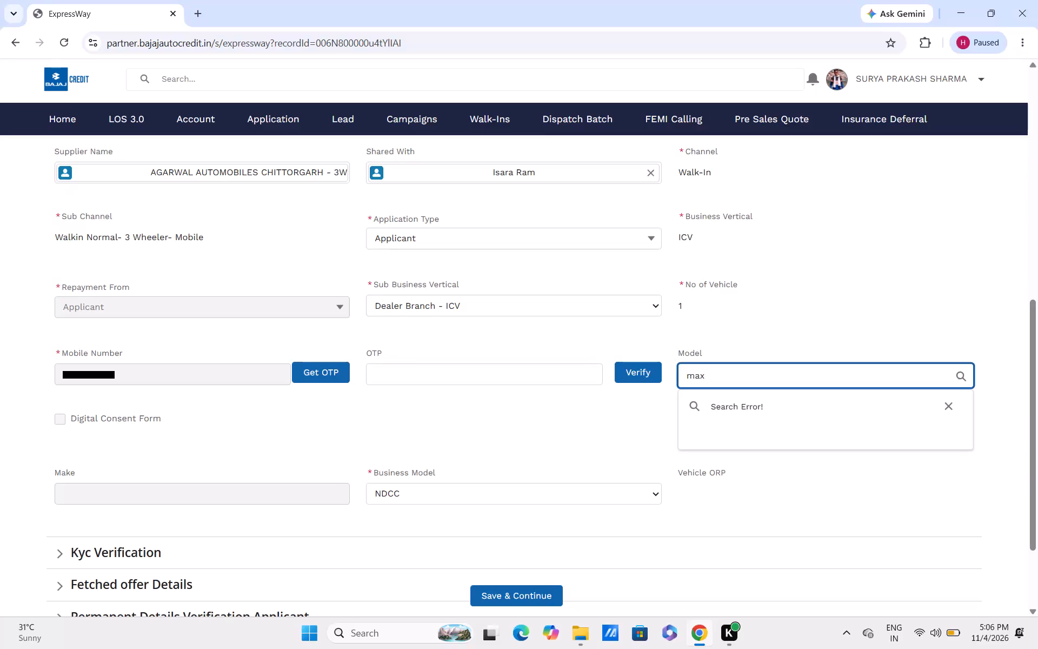
# Search the vehicle Model field for "max" again and select MAXIMA CARGO DIESEL LONGER TRAY-BS6.
pyautogui.press('BackSpace')
pyautogui.press('BackSpace')
pyautogui.press('BackSpace')
pyautogui.press('BackSpace')
pyautogui.write('max')
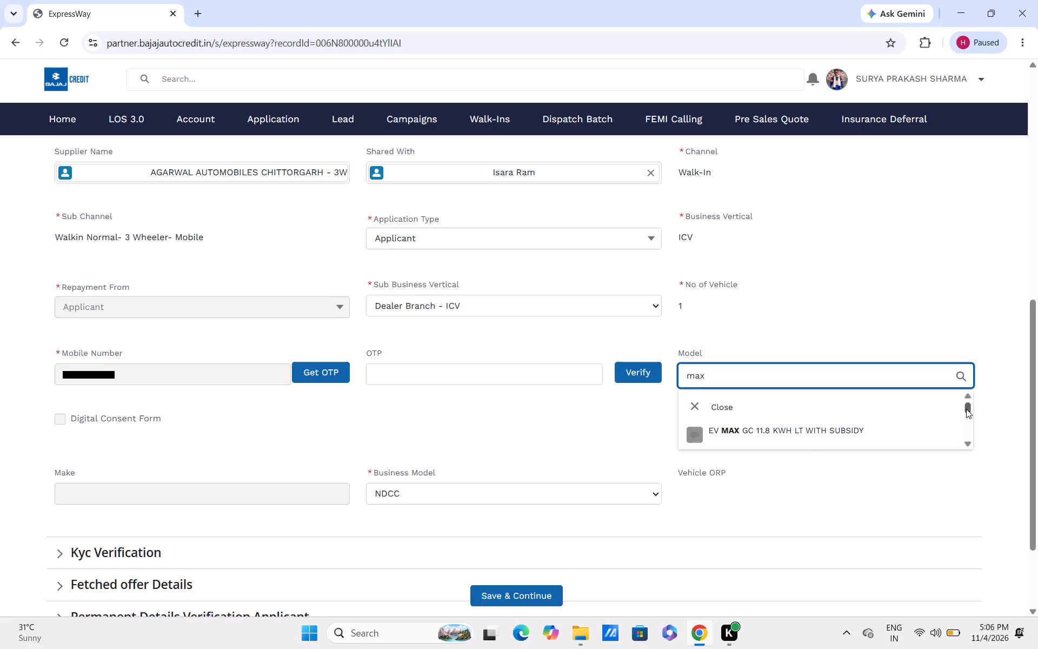
pyautogui.moveTo(964, 408); pyautogui.dragTo(964, 420)
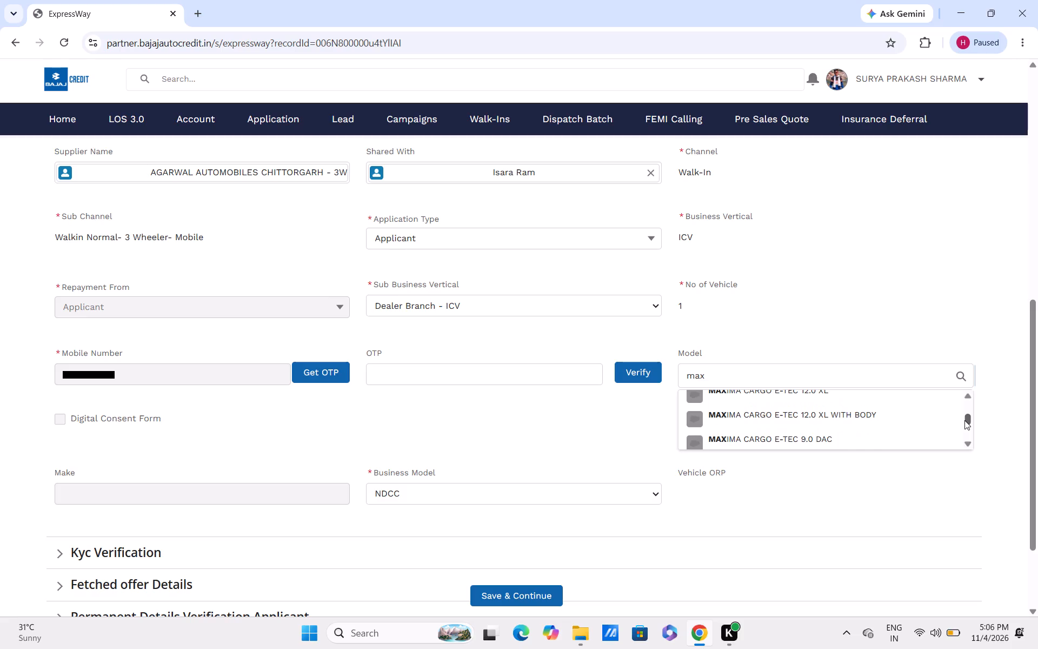
pyautogui.click(966, 419)
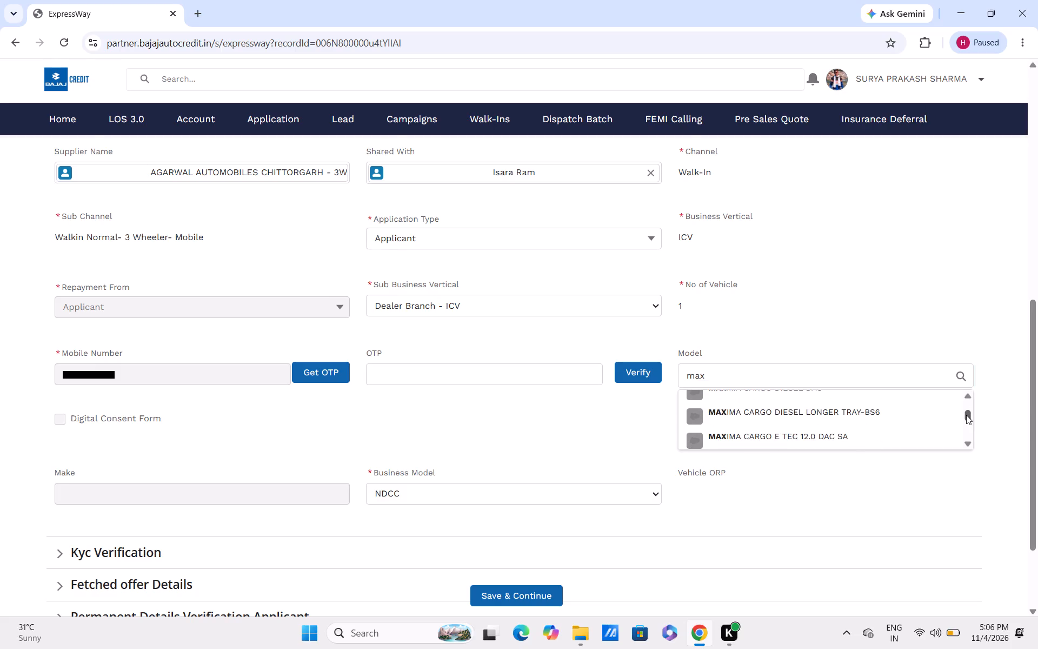
pyautogui.click(904, 415)
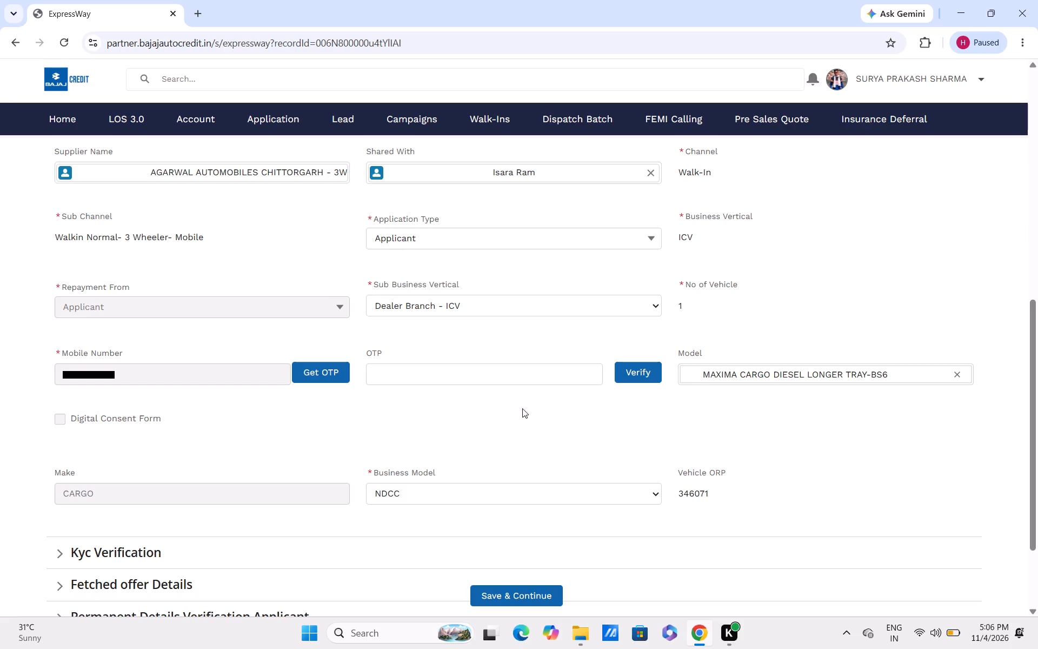
# Return to the empty OTP field, ready to enter the code for the applicant's mobile number.
pyautogui.click(417, 381)
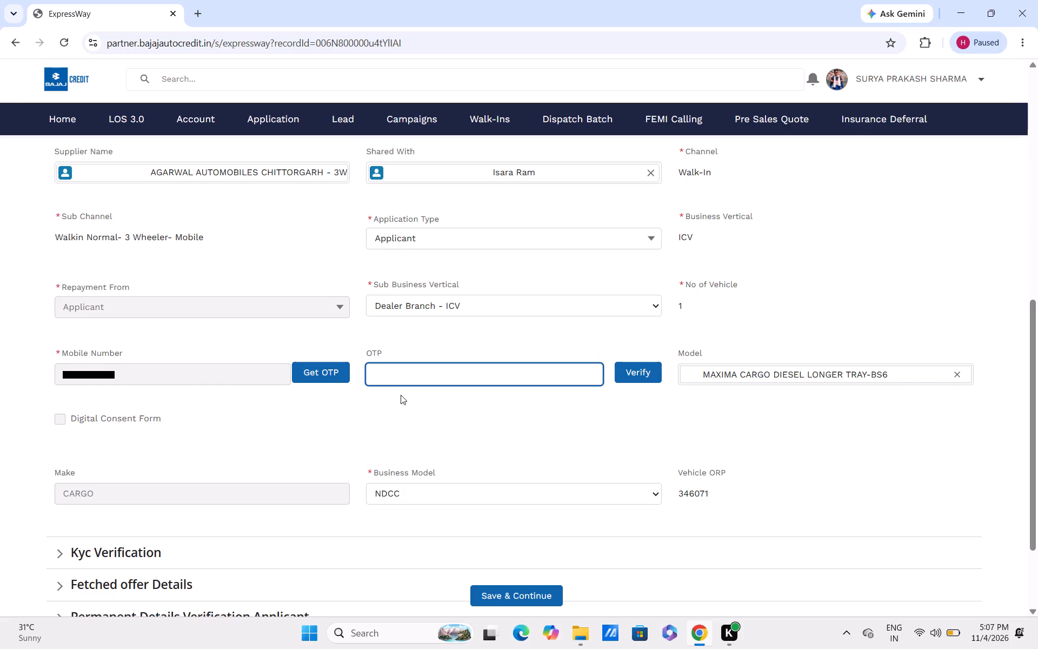
pyautogui.click(380, 383)
pyautogui.click(384, 370)
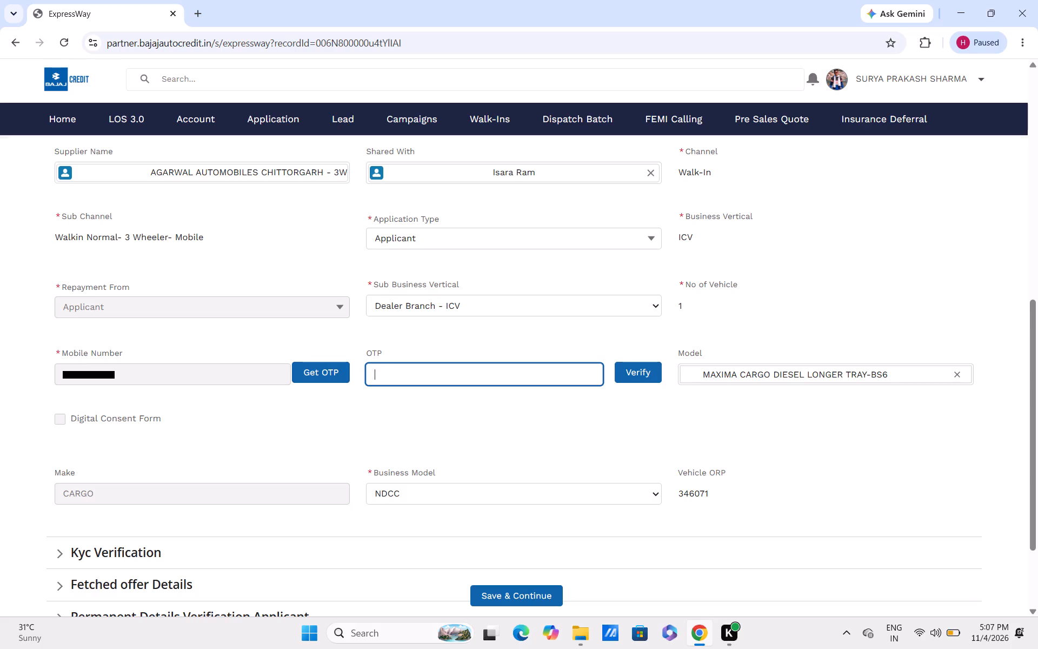
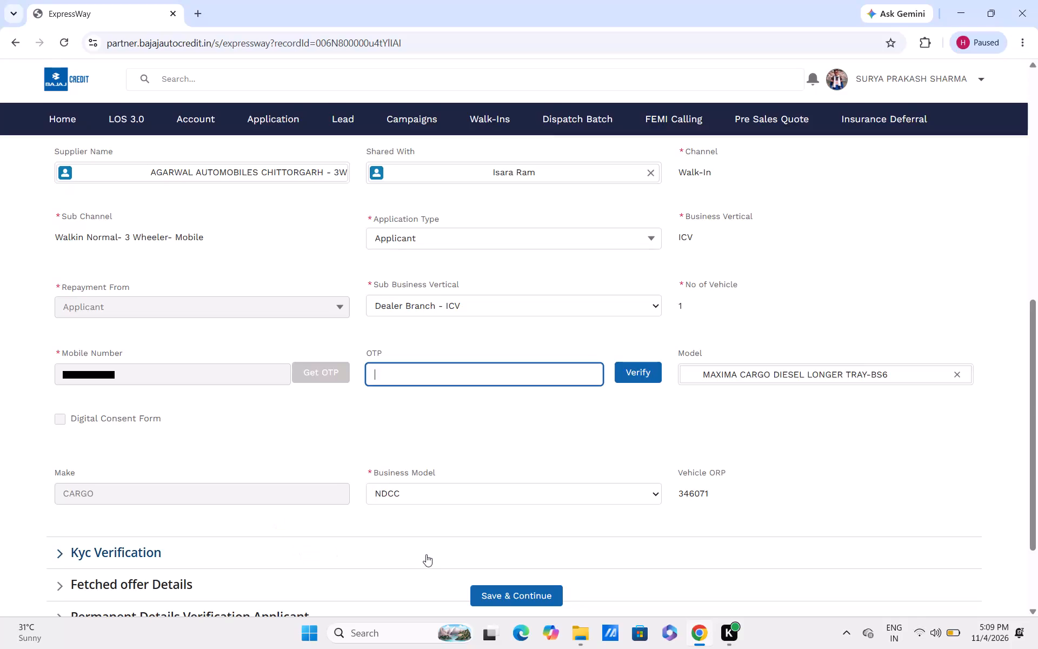
# Switch to the Camera Roll folder in File Explorer and resume the paused OneDrive syncing.
pyautogui.click(582, 635)
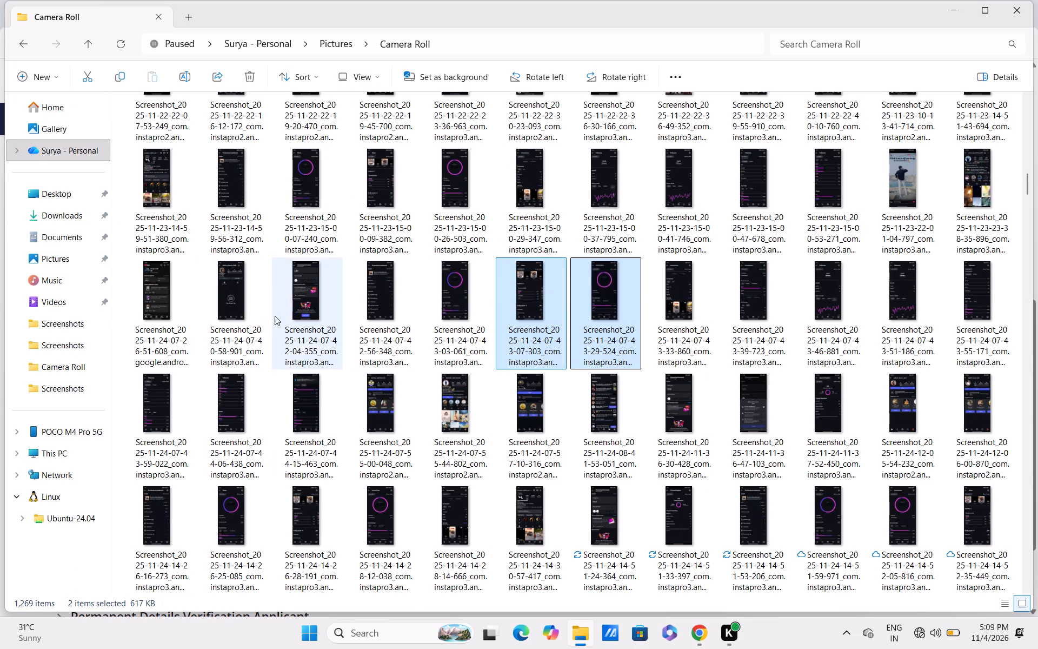
pyautogui.click(167, 49)
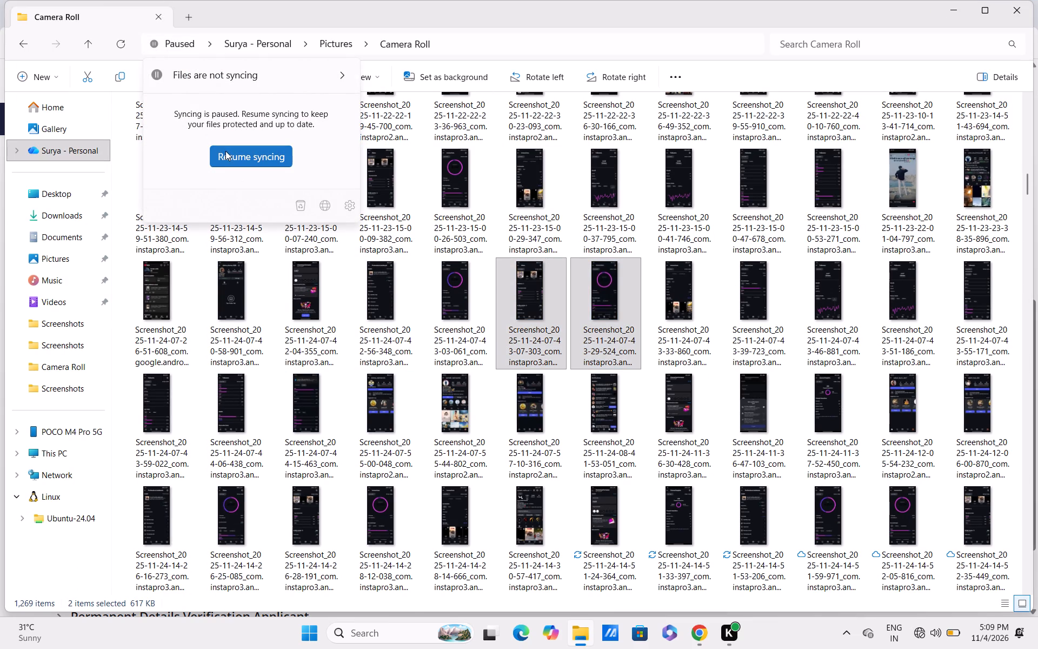
pyautogui.click(225, 151)
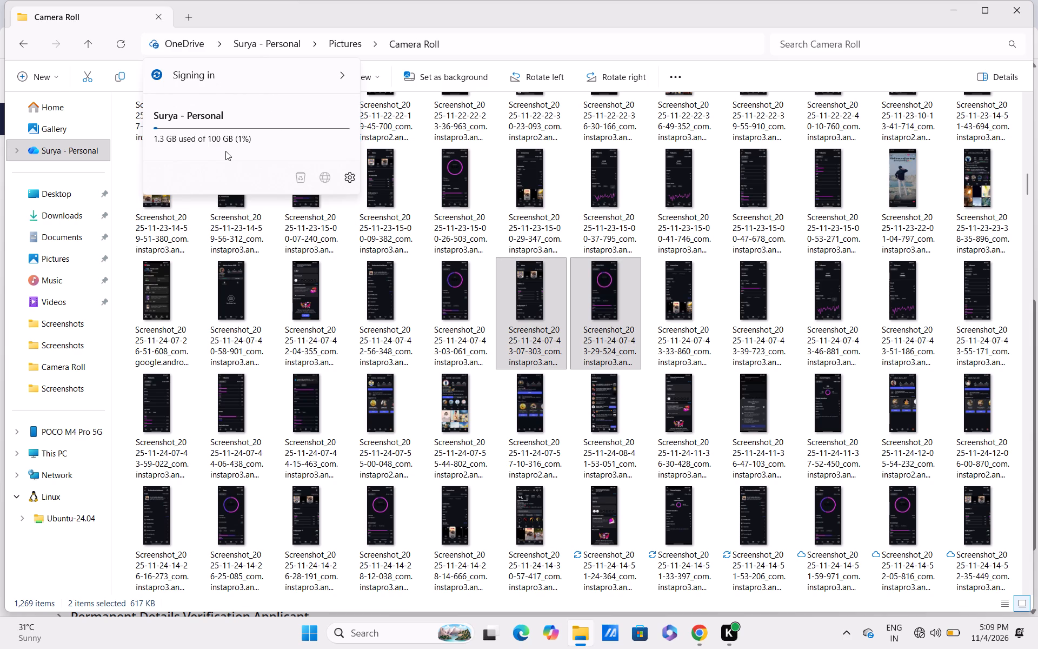
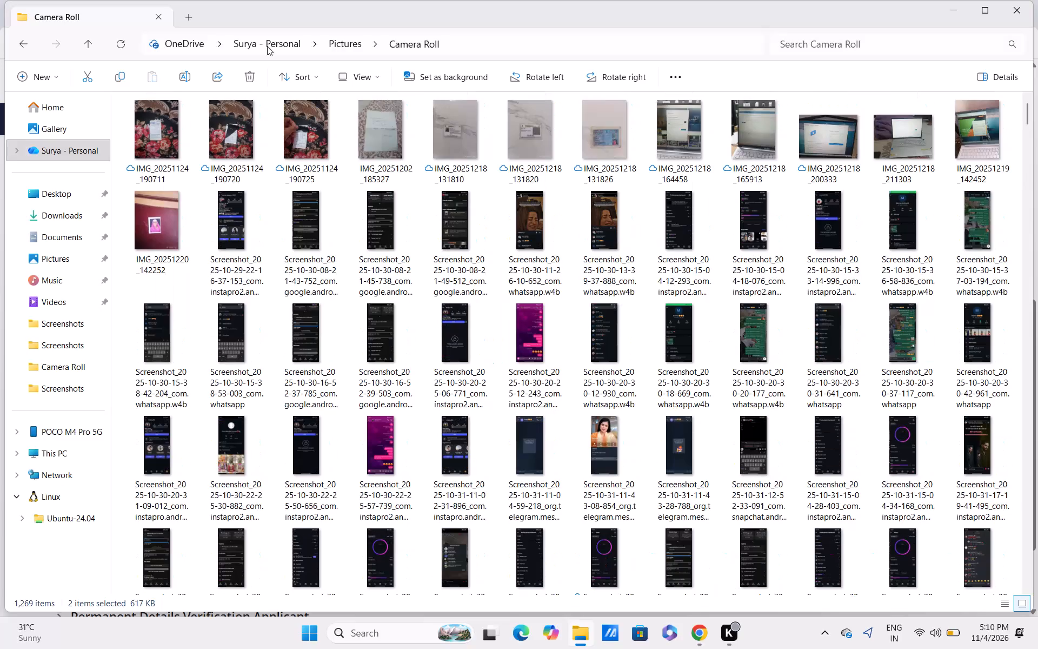
# Return from Camera Roll to the top-level personal OneDrive folder and resume its paused file syncing.
pyautogui.click(183, 34)
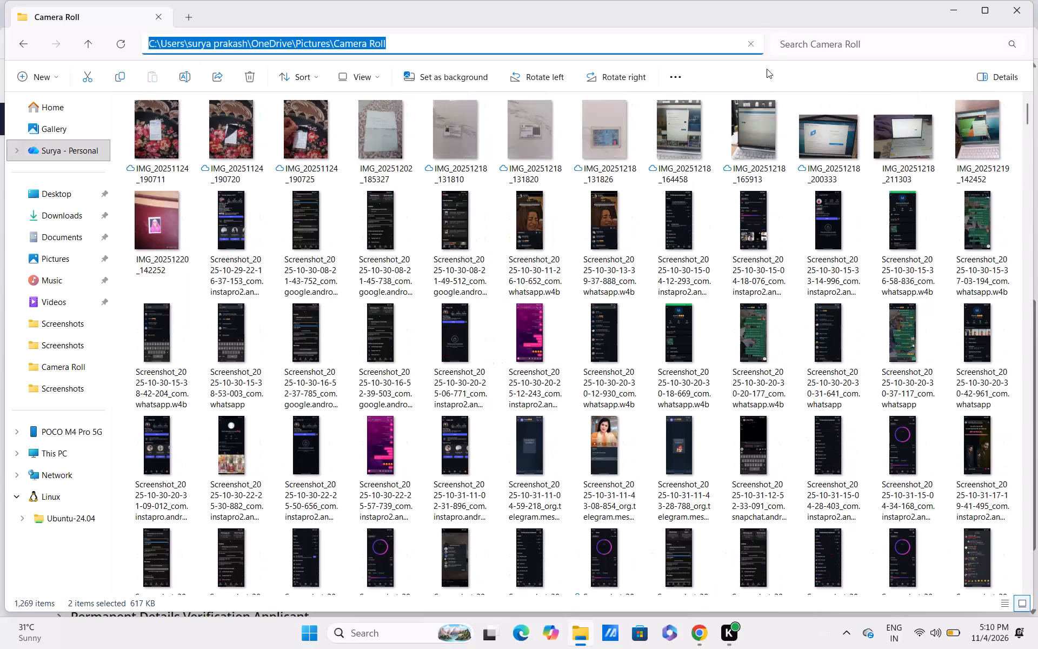
pyautogui.click(24, 45)
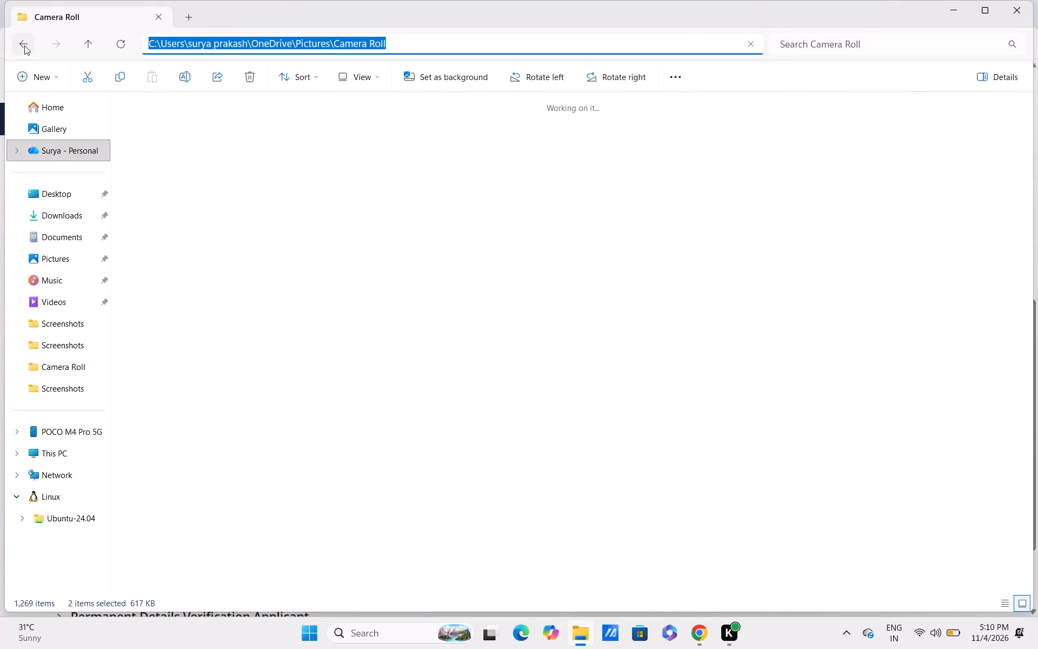
pyautogui.click(24, 45)
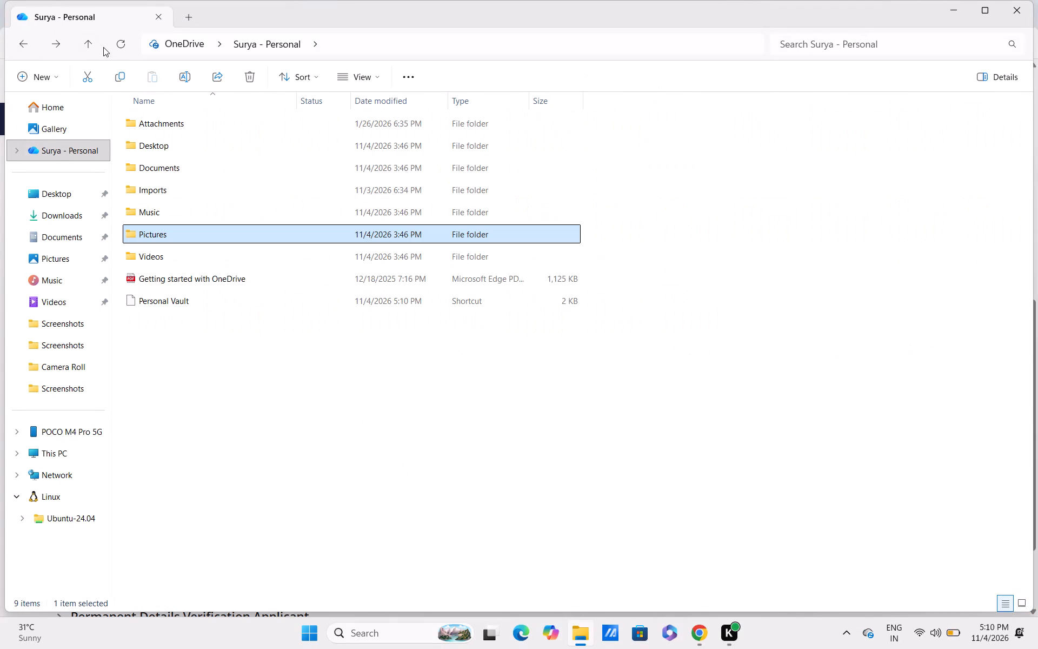
pyautogui.click(188, 43)
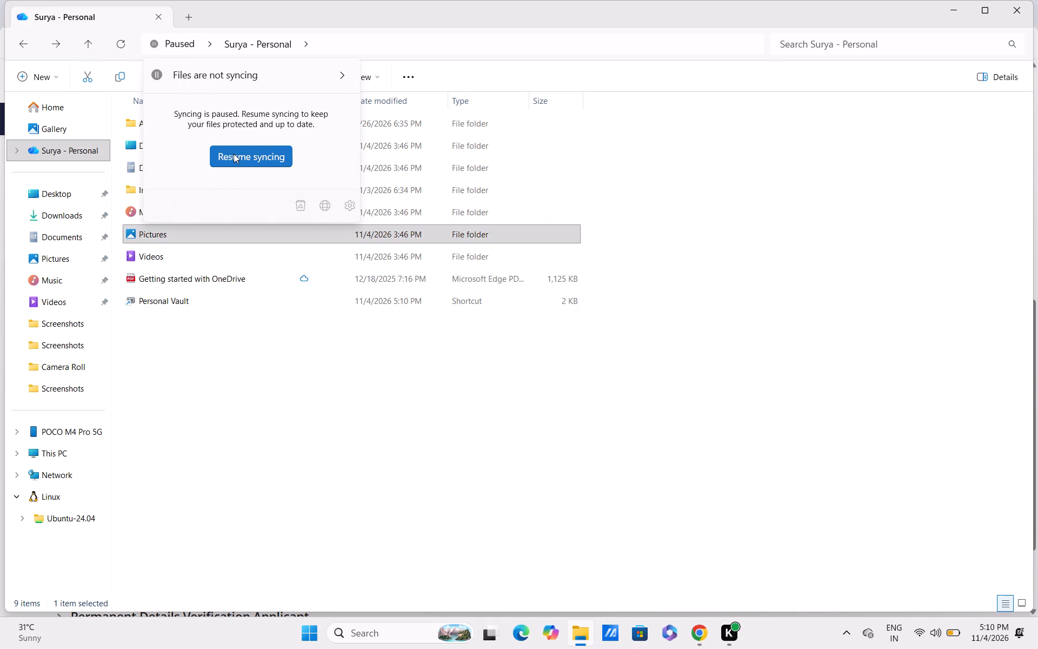
pyautogui.click(231, 156)
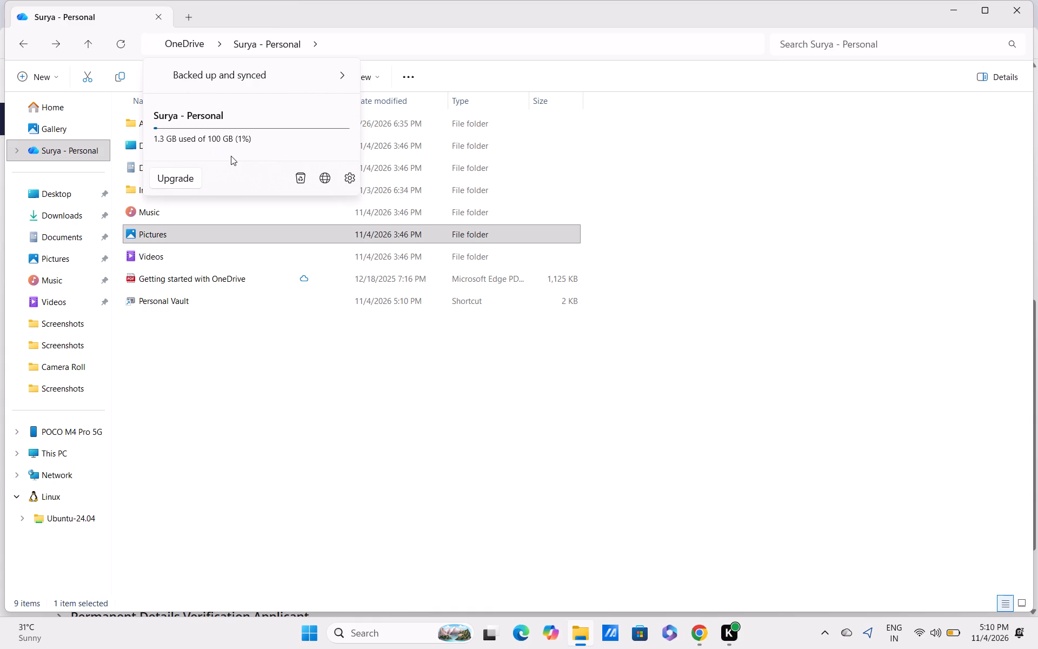
pyautogui.click(265, 352)
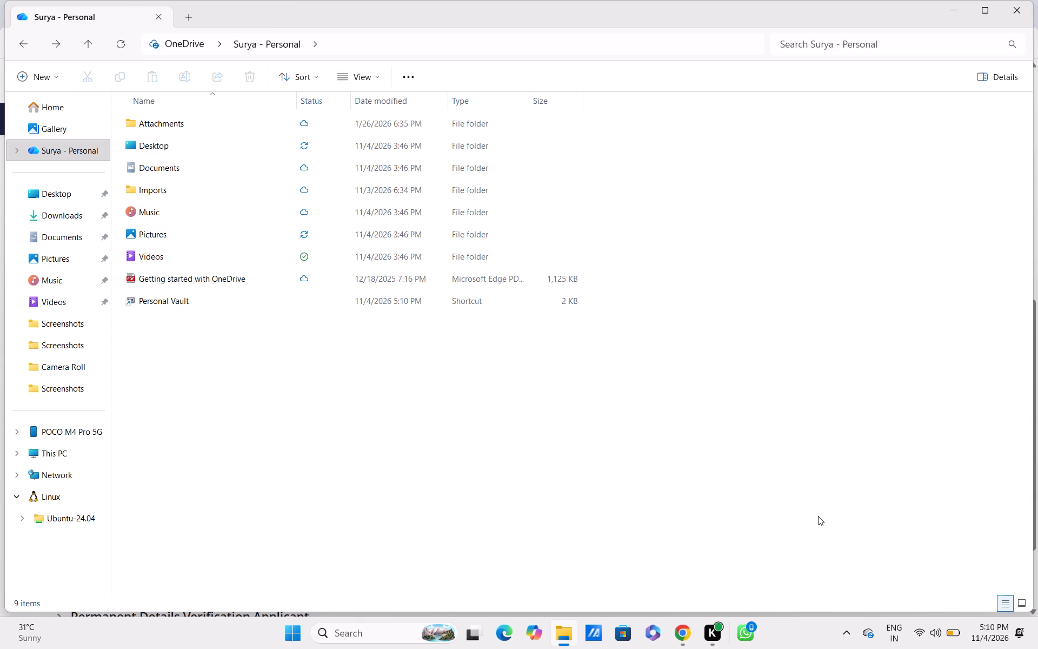